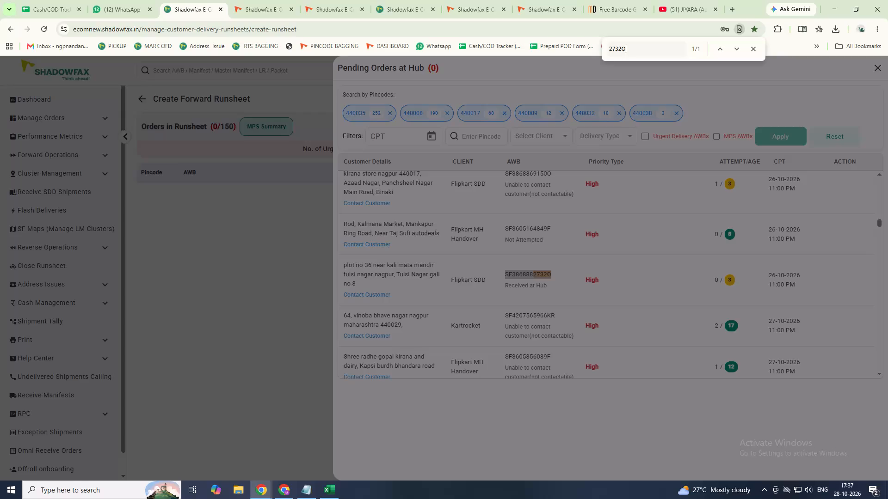
left_click(629, 46)
key("ctrl+v")
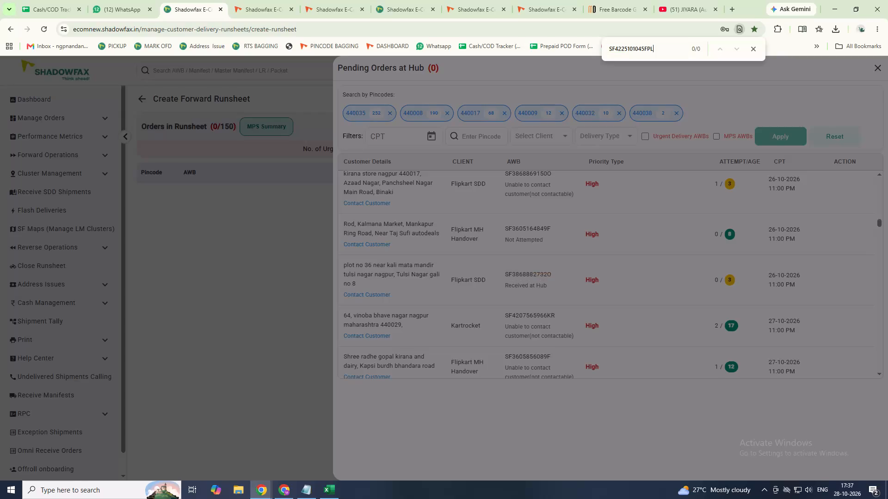
key("alt+Tab")
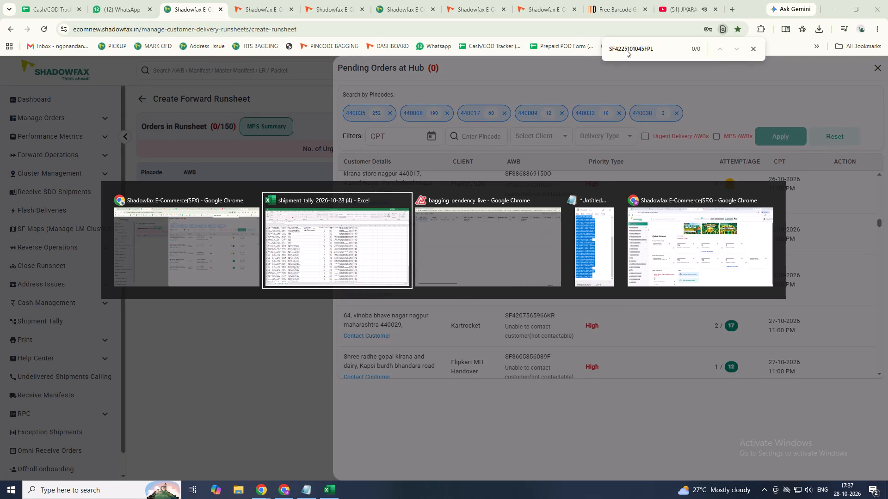
key("alt+Tab")
key("alt+Tab")
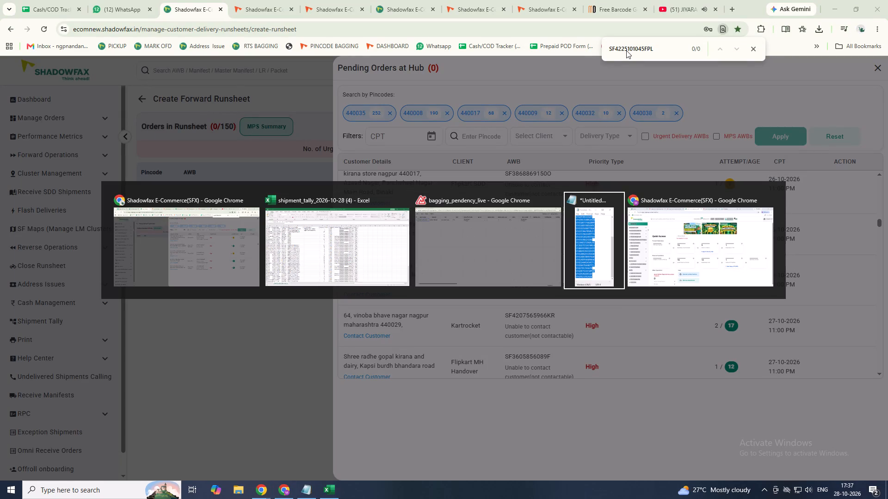
key("alt+Tab")
key("alt+Tab")
key("alt+Tab")
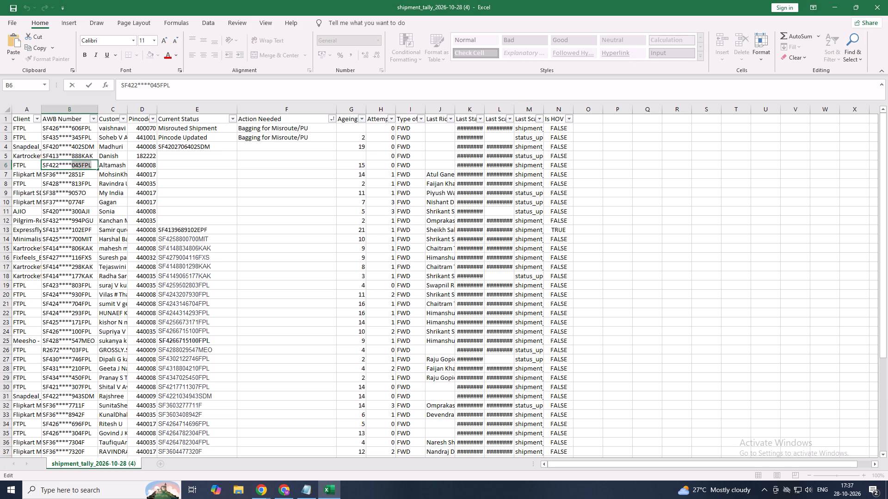
left_click(82, 164)
left_click(82, 164)
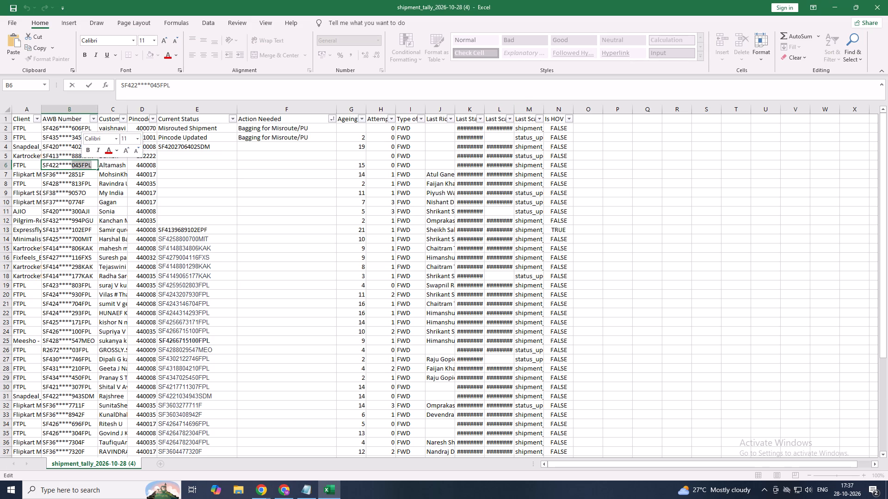
key("ctrl+c")
key("alt+Tab")
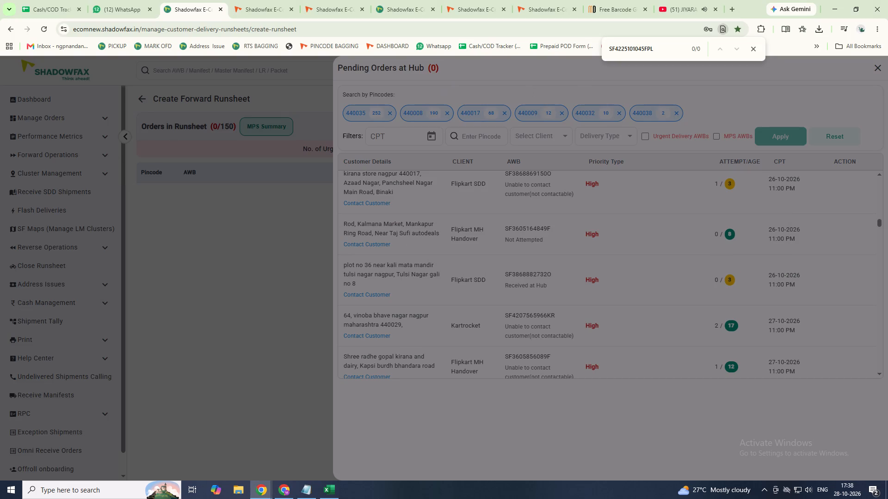
left_click(628, 51)
left_click(628, 51)
key("ctrl+v")
key("Return")
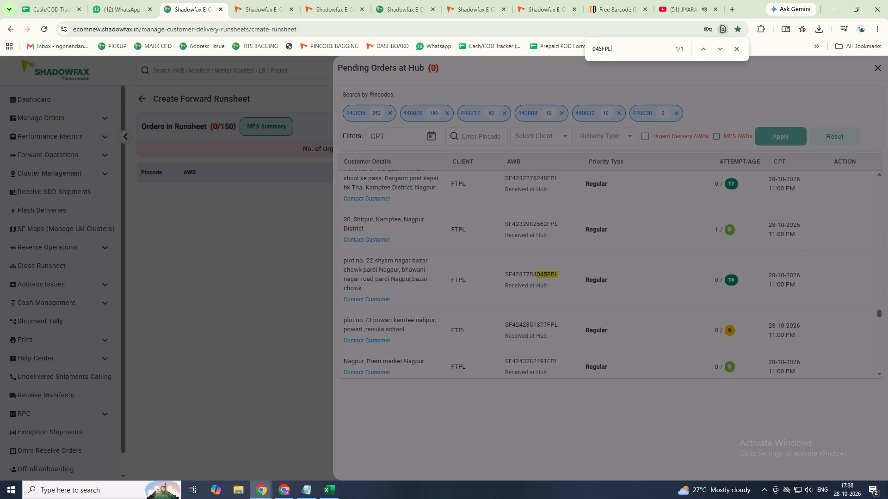
double_click(524, 270)
key("ctrl+c")
key("alt+Tab")
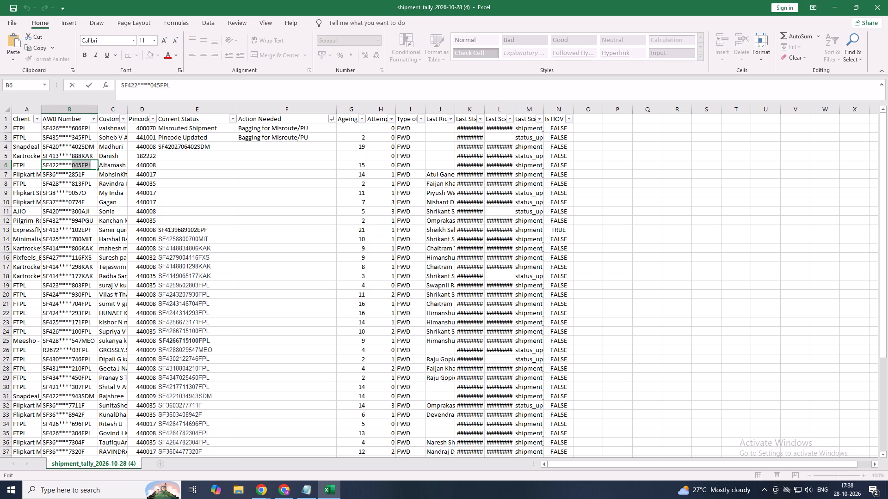
left_click(171, 164)
key("ctrl+v")
key("Return")
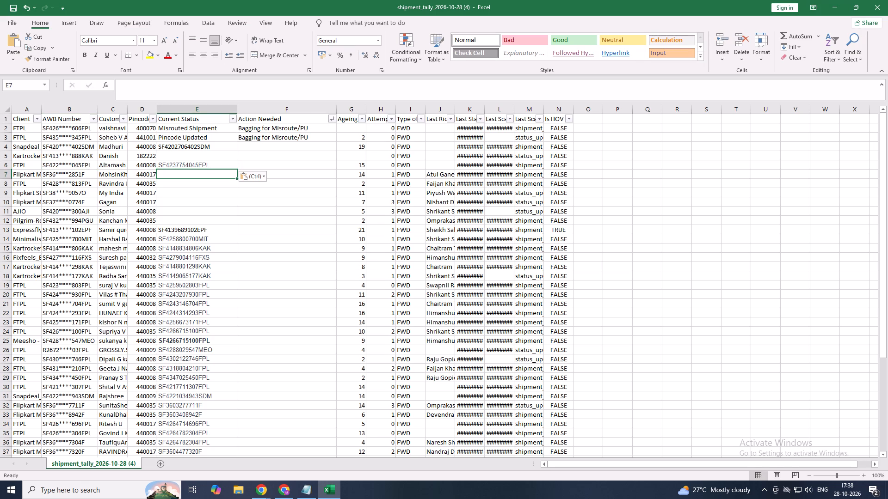
triple_click(78, 157)
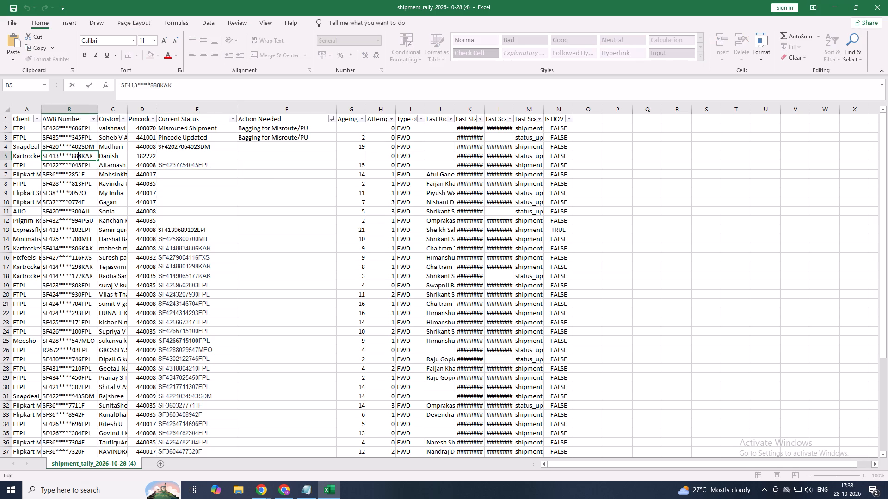
left_click(78, 156)
key("ctrl+c")
key("alt+Tab")
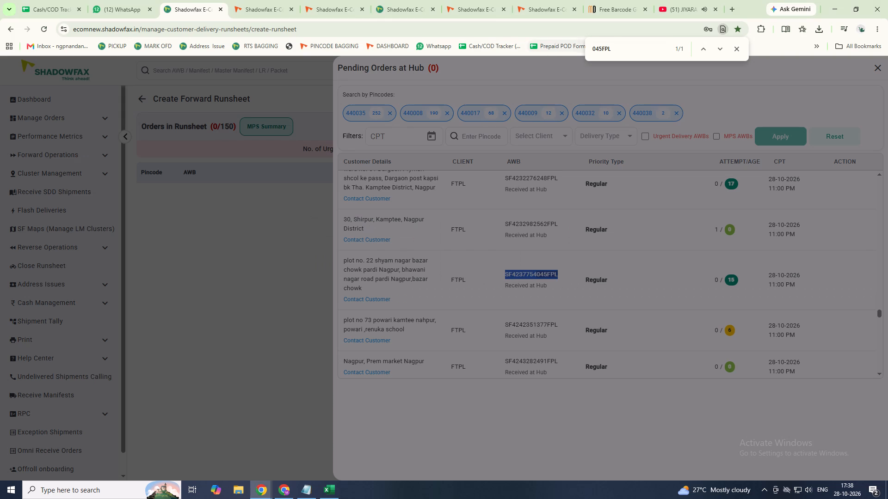
double_click(610, 47)
key("ctrl+v")
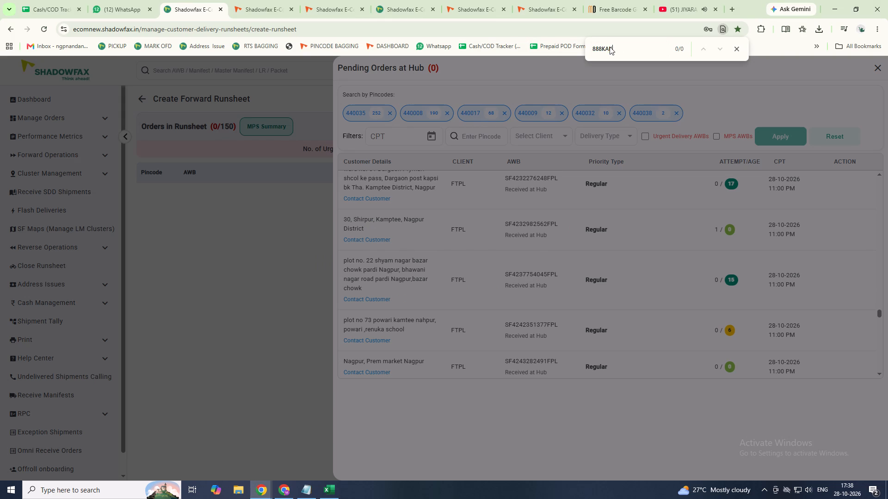
key("Return")
key("alt+Tab")
key("alt+Tab")
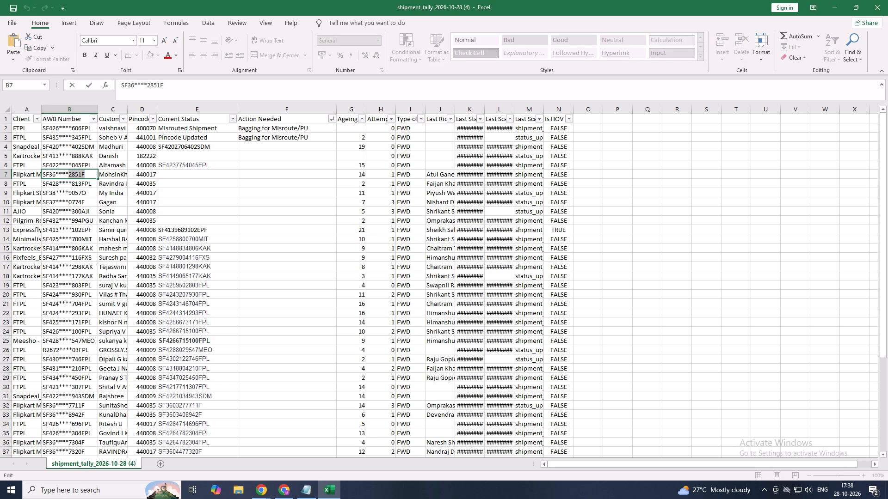
key("ctrl+c")
key("alt+Tab")
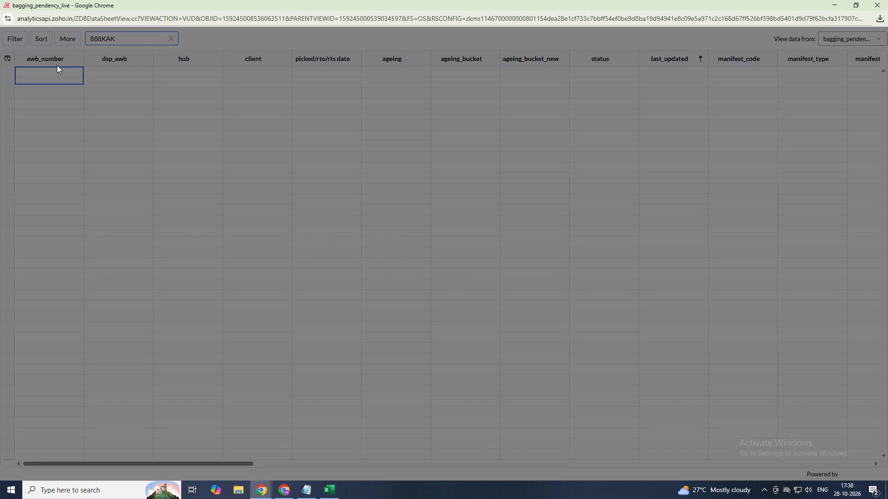
double_click(94, 40)
key("ctrl+v")
key("Return")
left_click(52, 79)
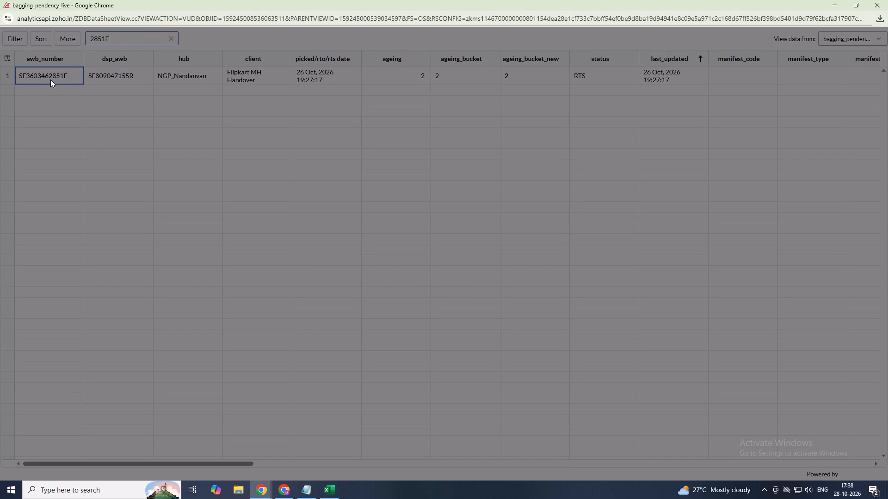
key("ctrl+c")
key("alt+Tab")
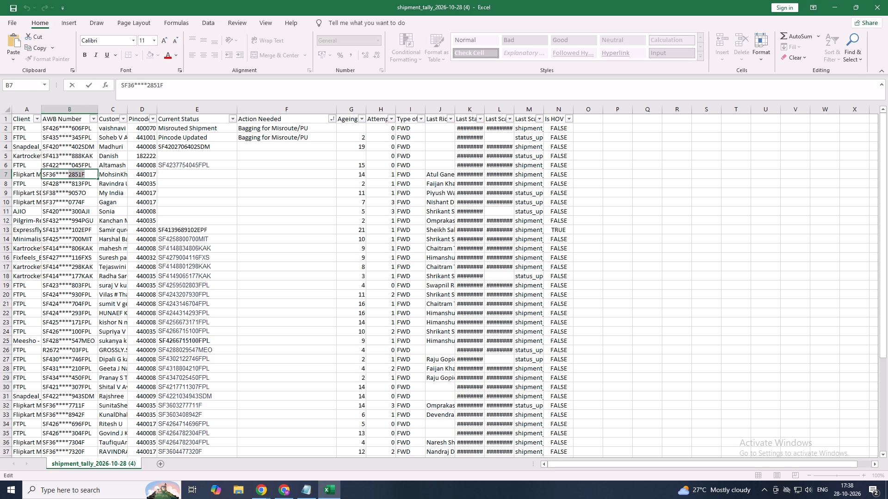
left_click(175, 175)
key("ctrl+v")
key("Return")
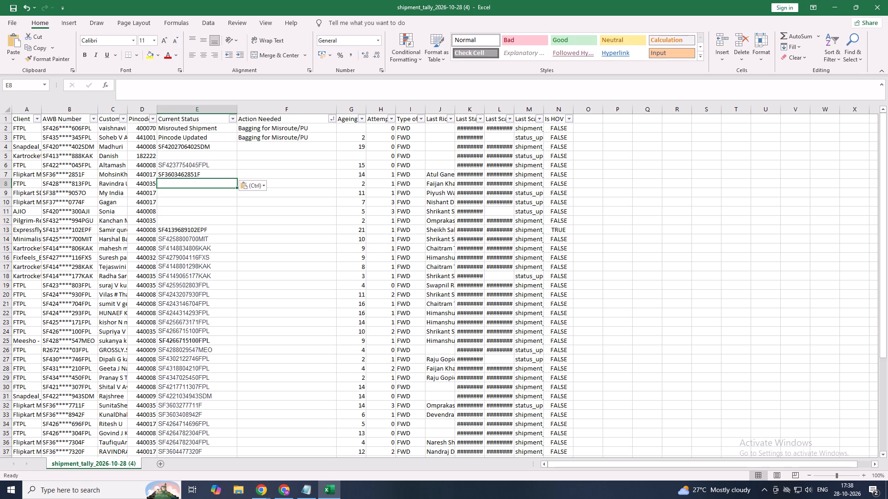
triple_click(80, 183)
triple_click(81, 183)
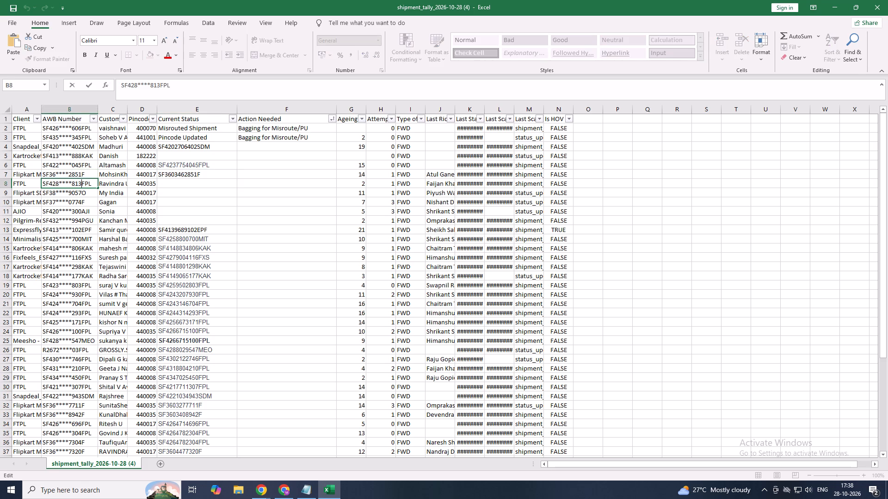
key("ctrl+c")
key("alt+Tab")
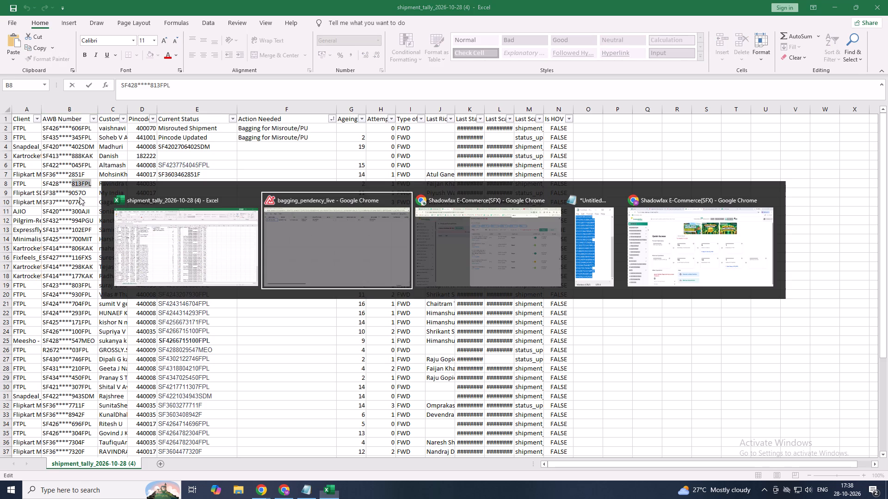
double_click(110, 39)
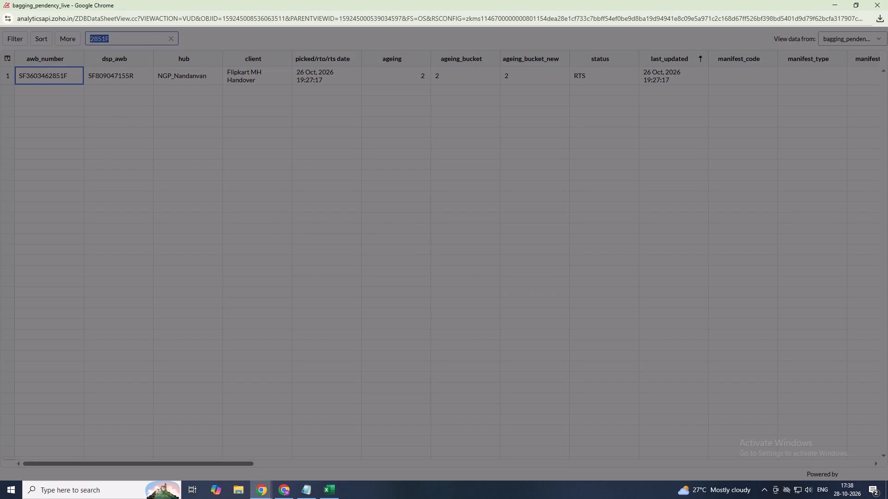
key("ctrl+v")
key("Return")
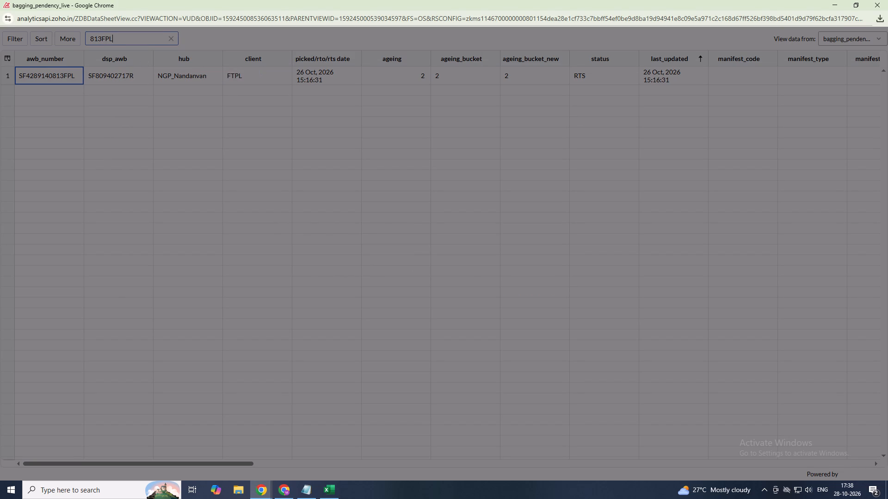
left_click(68, 76)
key("ctrl+c")
key("alt+Tab")
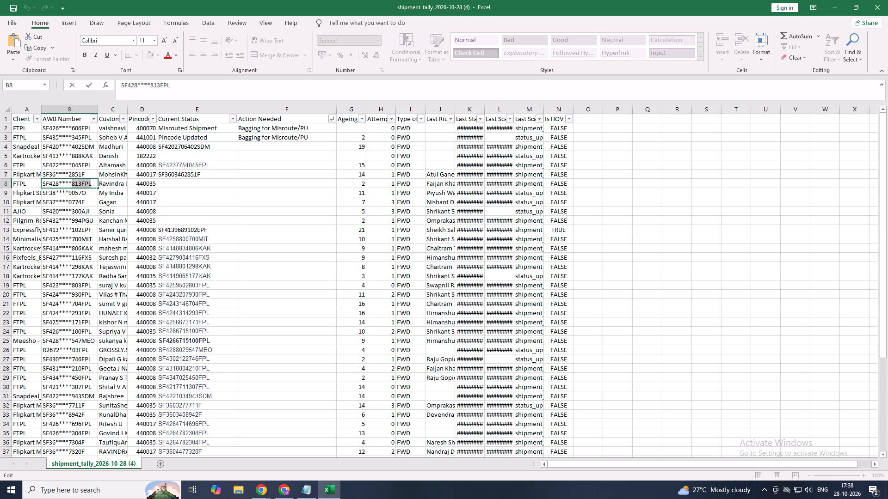
left_click(181, 183)
key("ctrl+v")
key("Return")
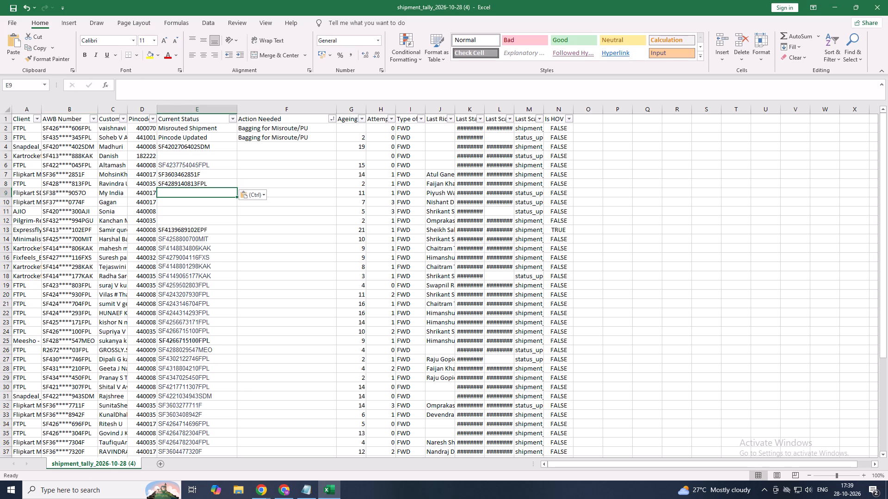
triple_click(72, 192)
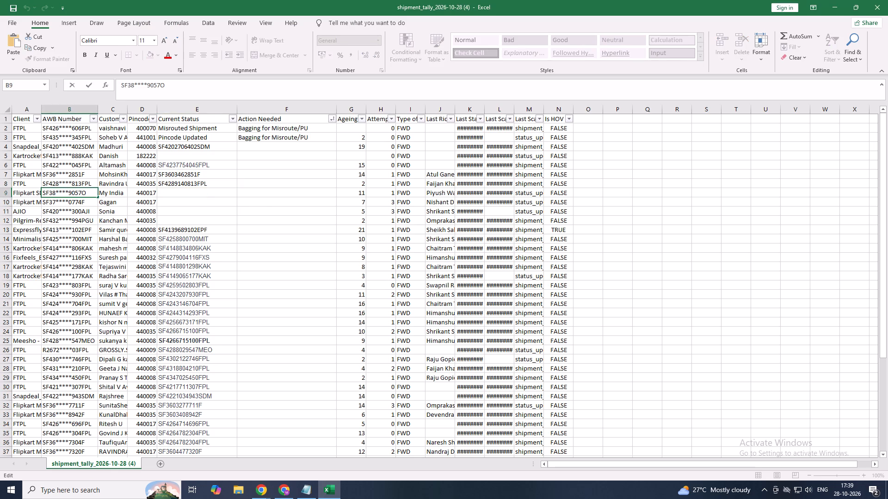
left_click(73, 193)
key("ctrl+c")
key("alt+Tab")
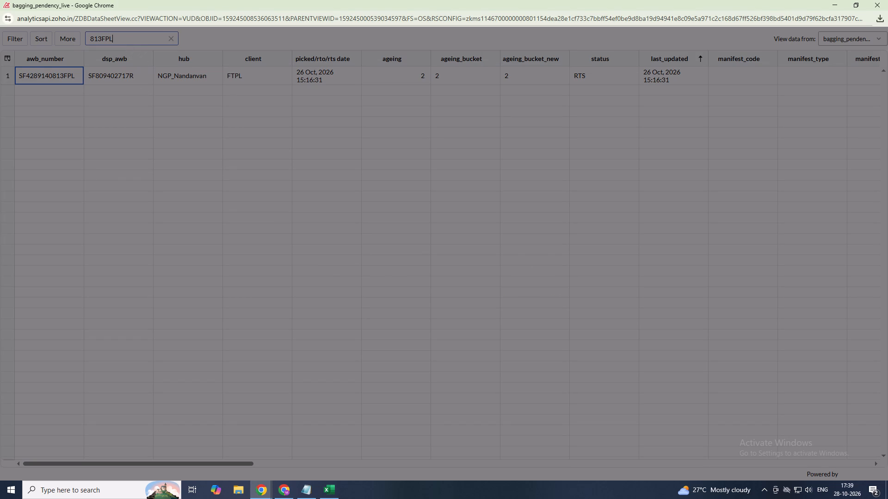
double_click(124, 36)
key("ctrl+v")
key("Return")
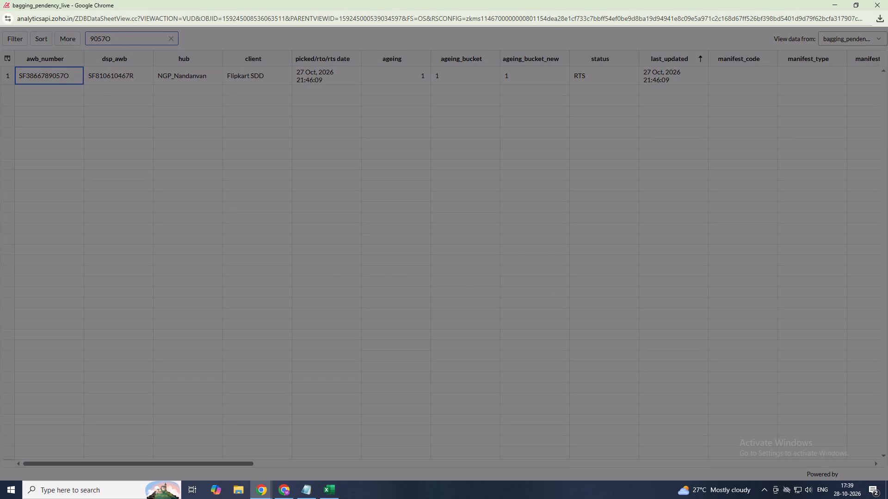
left_click(48, 77)
key("ctrl+c")
key("alt+Tab")
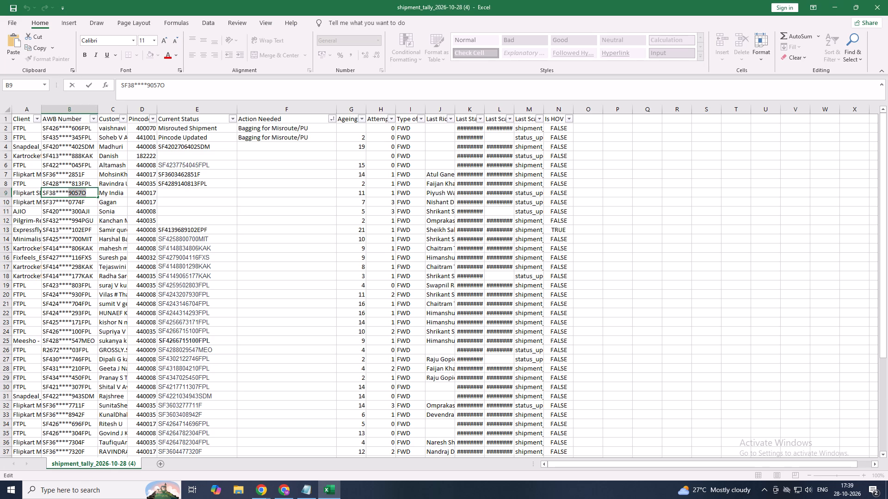
left_click(170, 195)
key("ctrl+v")
key("Return")
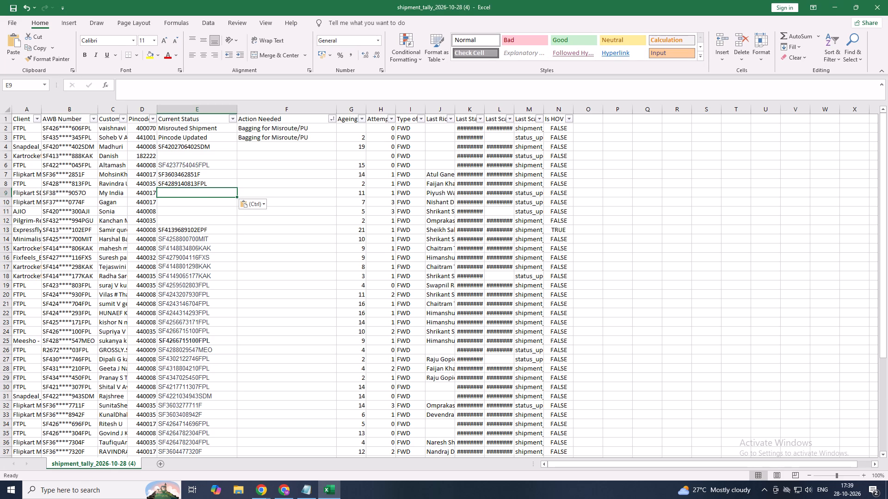
triple_click(75, 201)
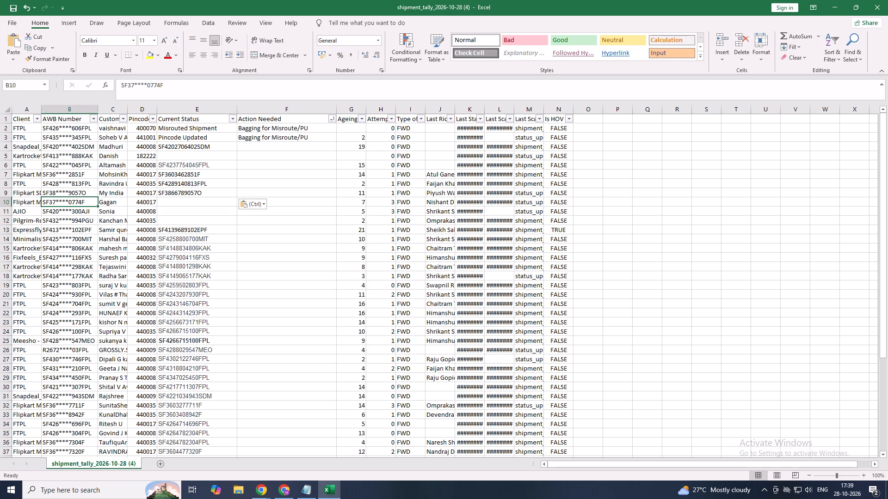
left_click(77, 202)
left_click(77, 201)
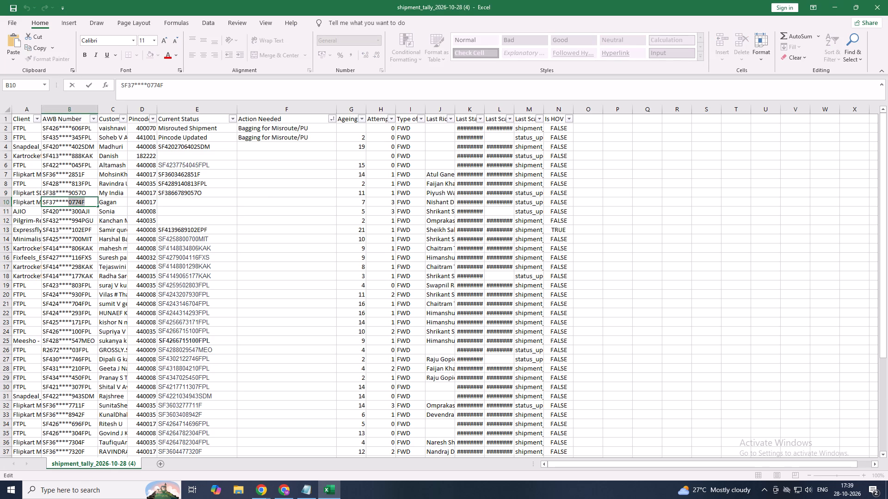
key("ctrl+c")
key("alt+Tab")
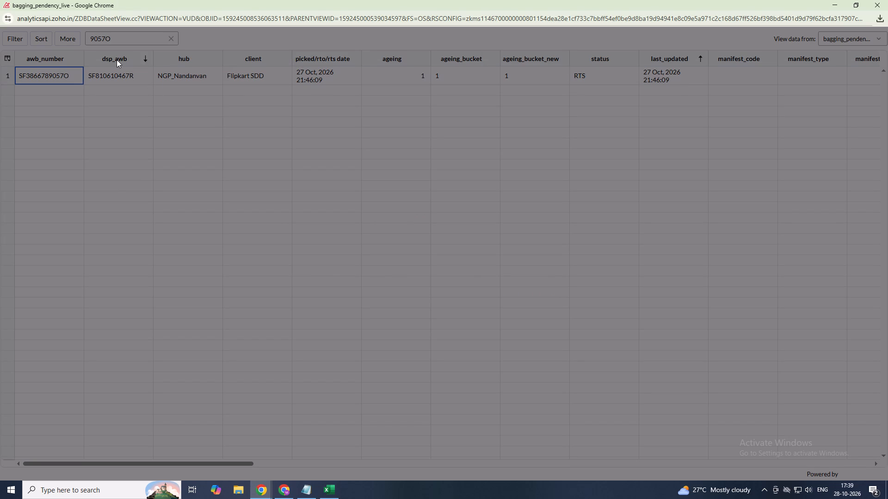
double_click(102, 39)
double_click(102, 39)
key("ctrl+v")
key("Return")
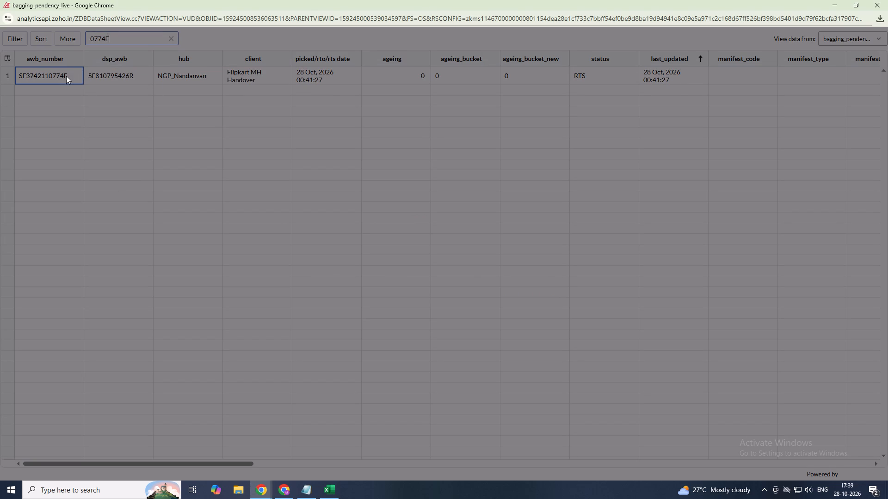
left_click(65, 79)
key("ctrl+c")
key("alt+Tab")
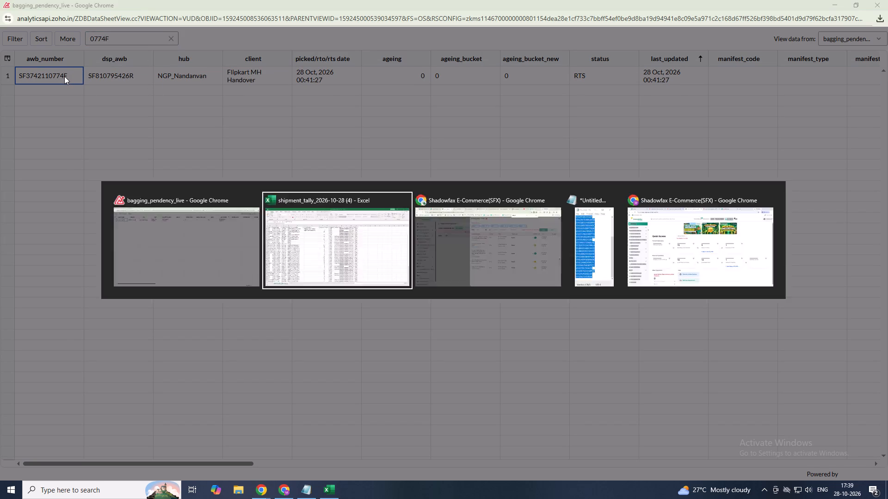
left_click(171, 204)
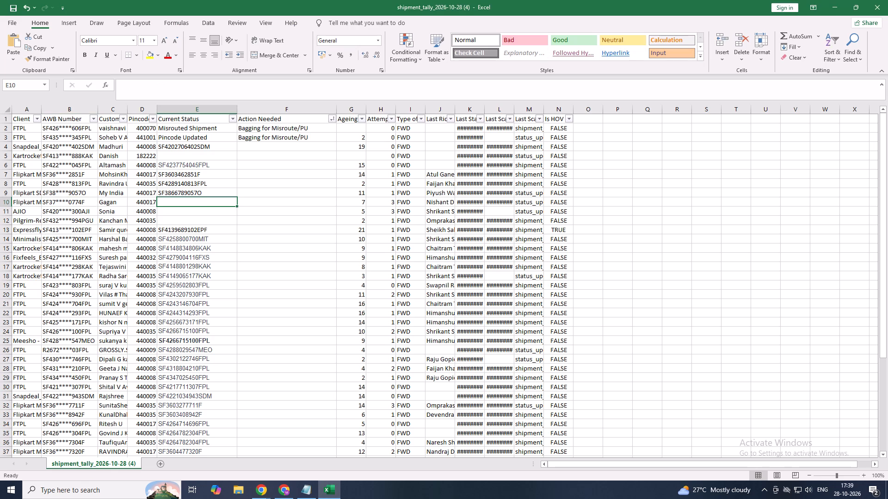
key("ctrl+v")
key("Return")
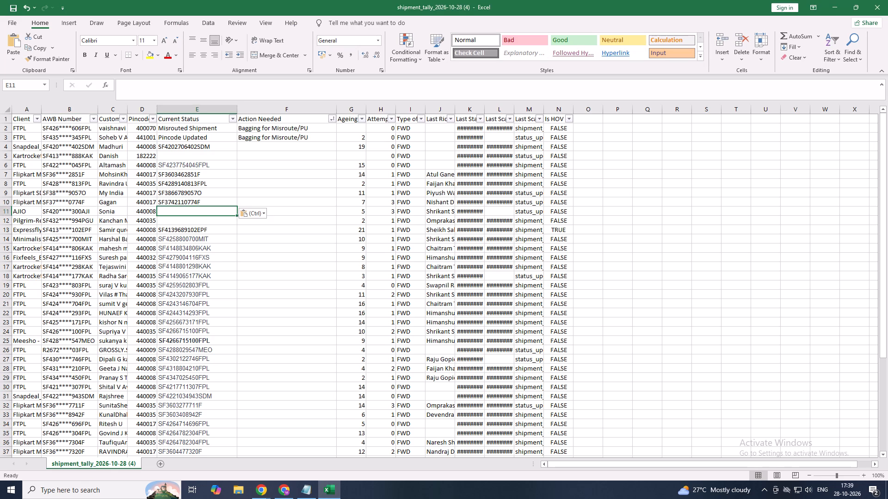
triple_click(85, 213)
left_click(85, 211)
key("ctrl+c")
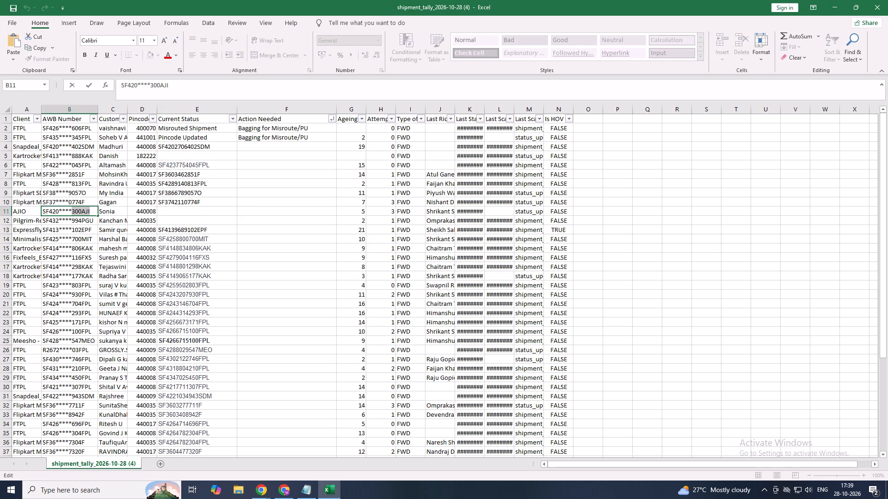
key("alt+Tab")
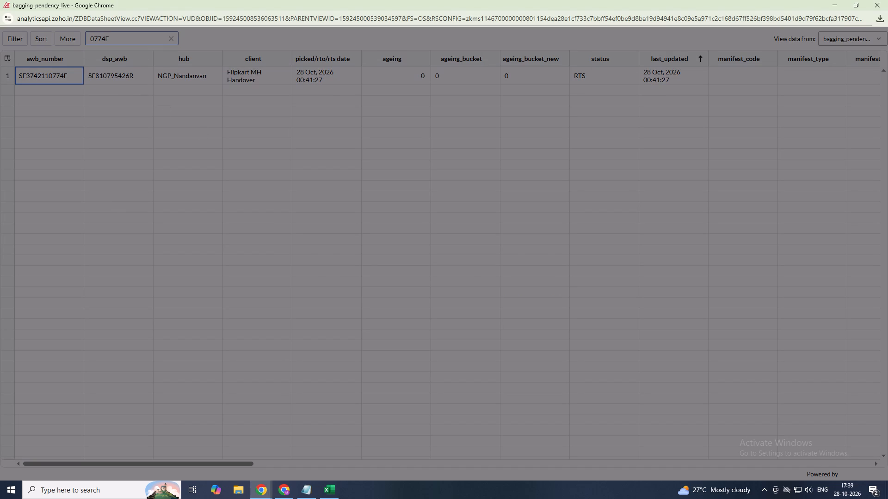
double_click(94, 38)
key("ctrl+v")
key("Return")
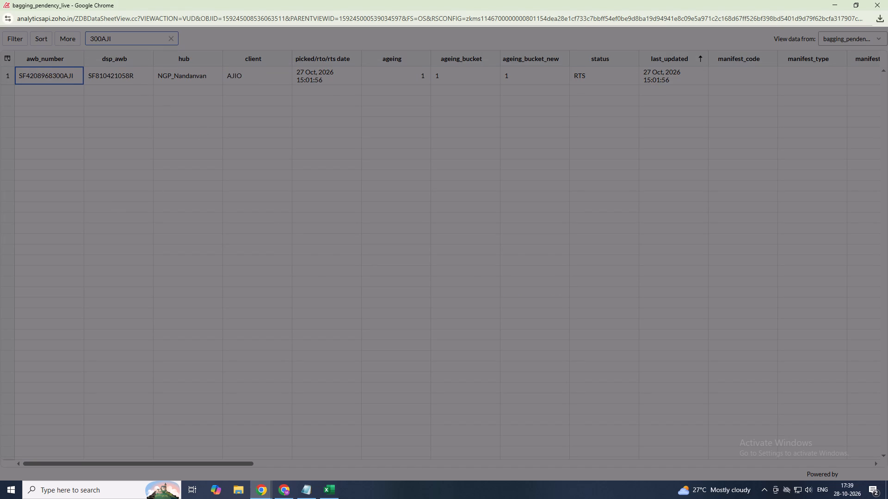
left_click(69, 75)
key("ctrl+c")
key("alt+Tab")
key("Return")
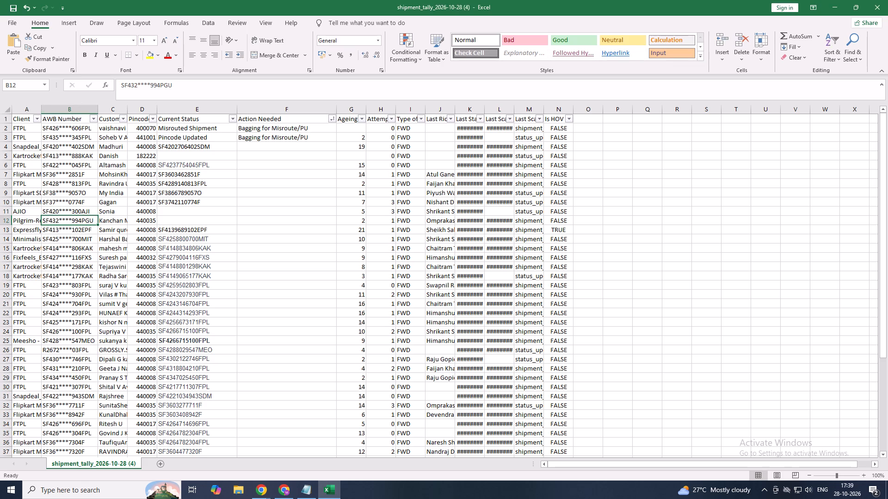
left_click(181, 210)
key("ctrl+v")
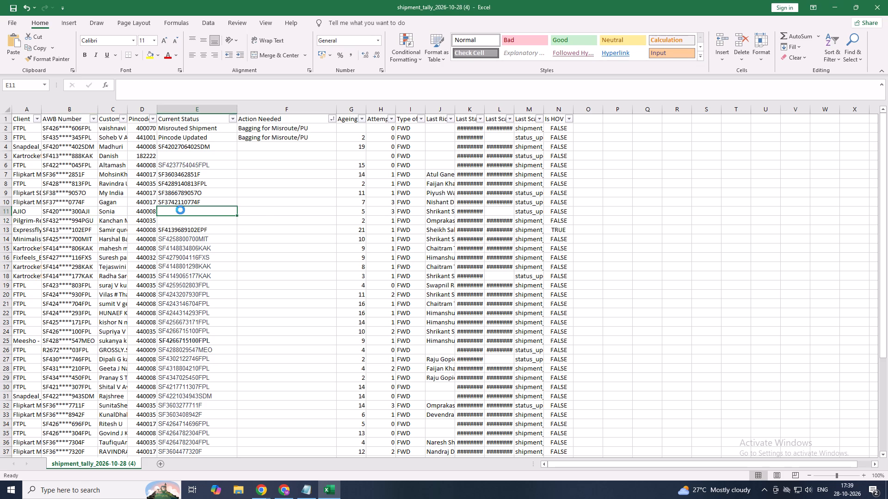
key("Return")
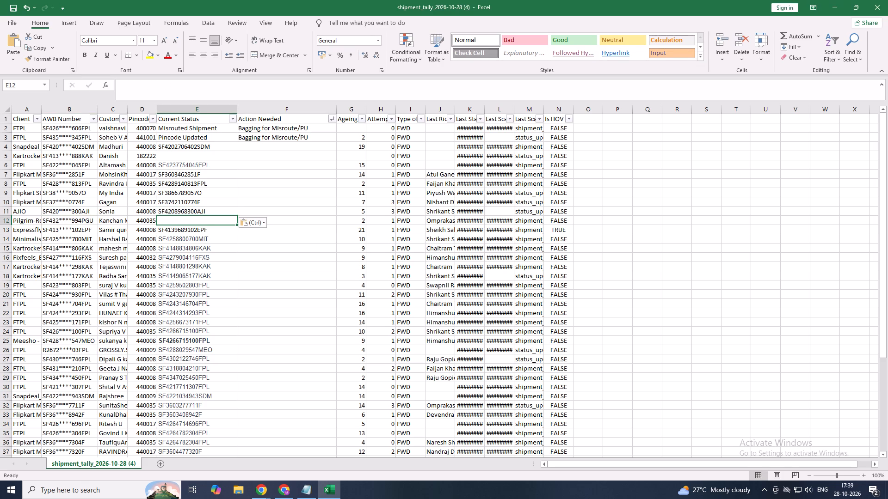
left_click(80, 223)
double_click(83, 222, "ctrl")
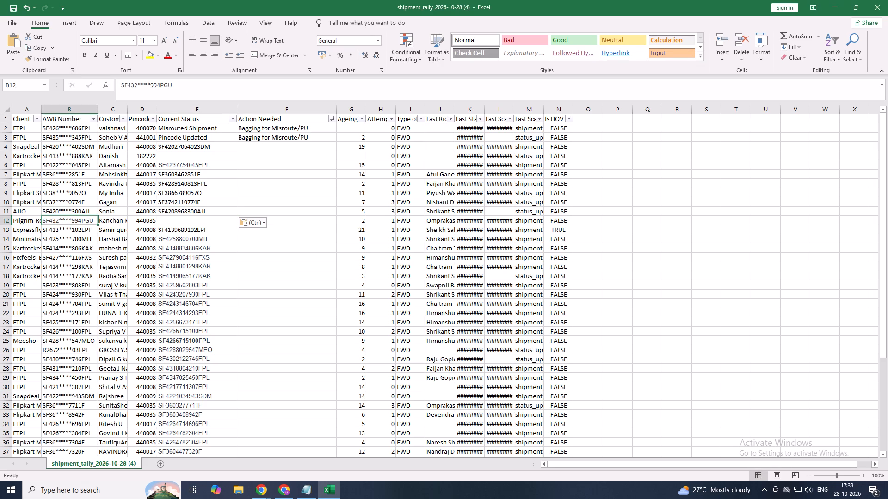
double_click(83, 221)
double_click(83, 221)
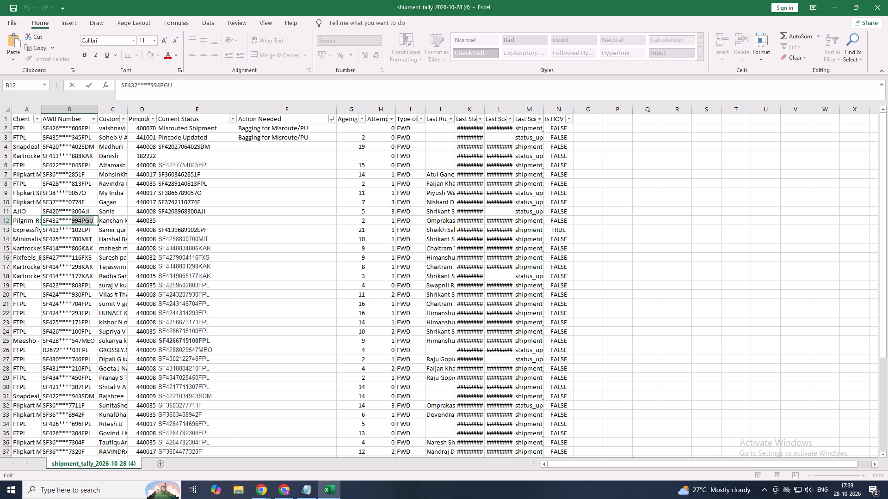
key("ctrl+c")
key("alt+Tab")
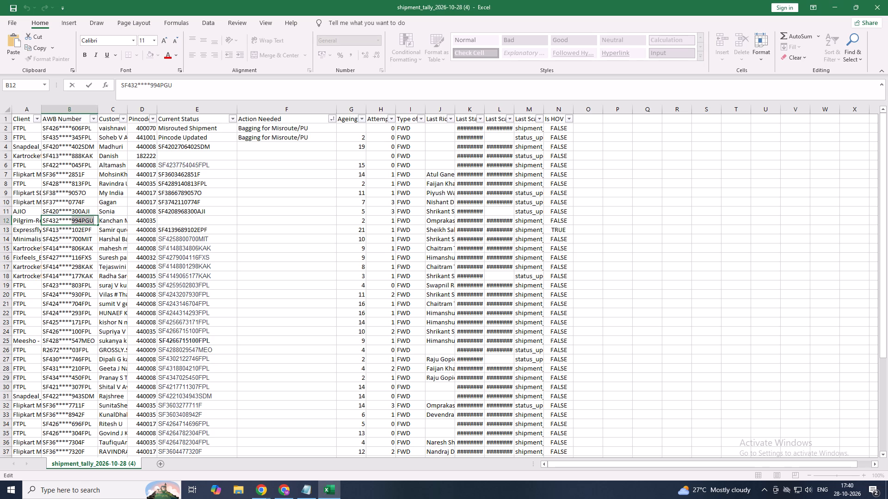
left_click(181, 221)
key("ctrl+v")
key("Return")
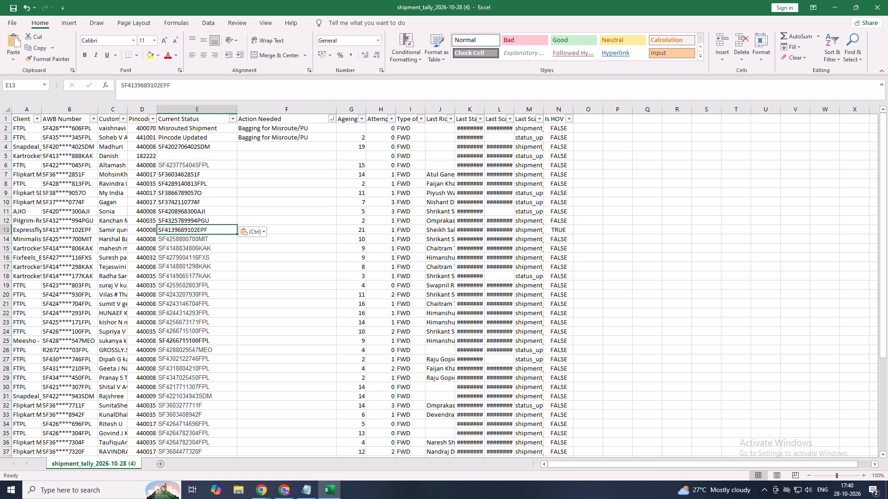
scroll(185, 202, "up", 3)
scroll(185, 197, "down", 4)
scroll(207, 266, "down", 6)
scroll(205, 272, "up", 6)
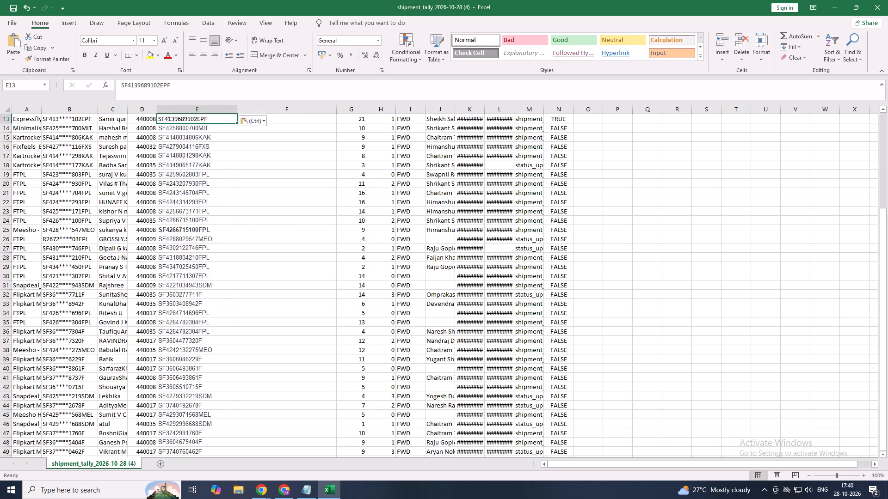
scroll(205, 272, "up", 6)
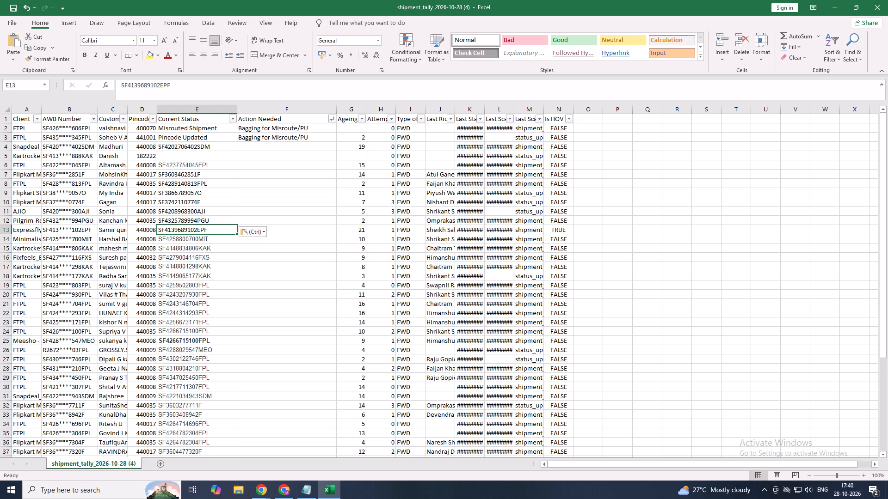
left_click(188, 146)
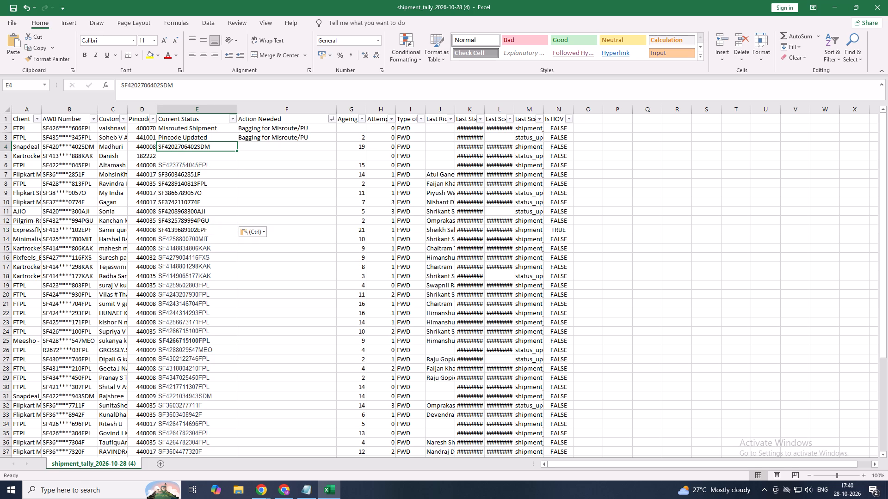
key("ctrl+c")
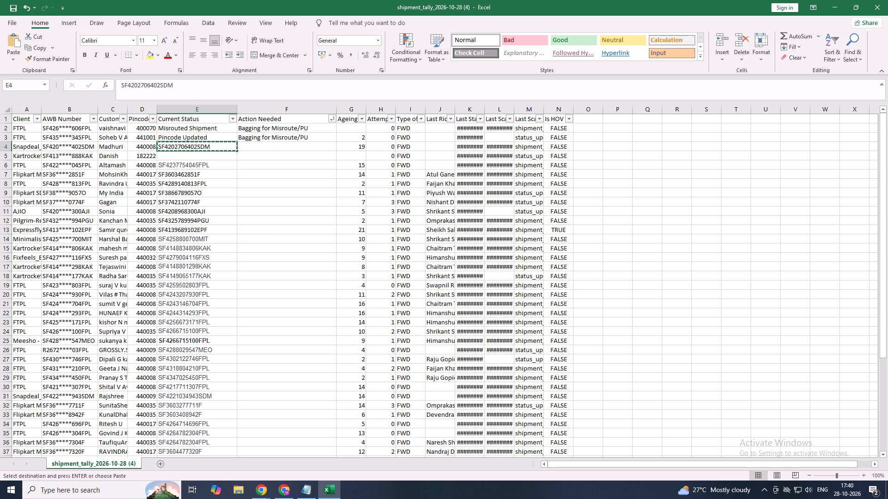
left_click(197, 156)
key("ctrl+v")
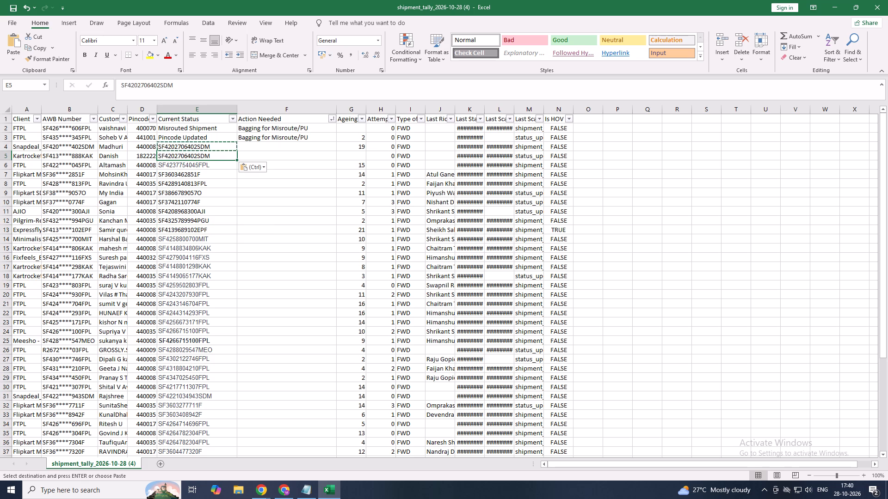
Copy the Current Status AWB numbers from row 5 through row 51 of the shipment tally.
left_click(241, 214)
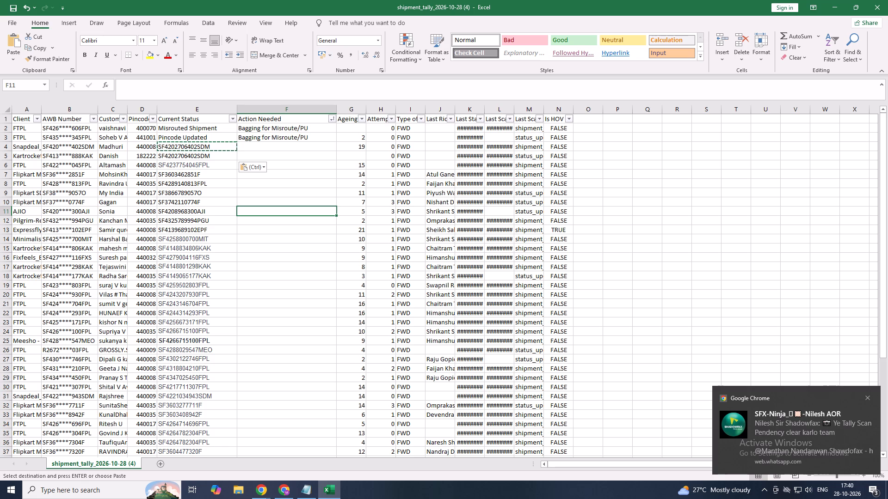
left_click(178, 154)
key("shift+Down")
key("shift+Down")
key("shift+Down")
key("shift+Down")
key("shift+Down")
key("shift+Down")
key("shift+Down")
key("shift+Down")
key("shift+Down")
key("shift+Down")
key("shift+Down")
key("shift+Down")
key("shift+Down")
key("shift+Down")
key("shift+Down")
key("shift+Down")
key("shift+Down")
key("shift+Down")
key("shift+Down")
key("shift+Down")
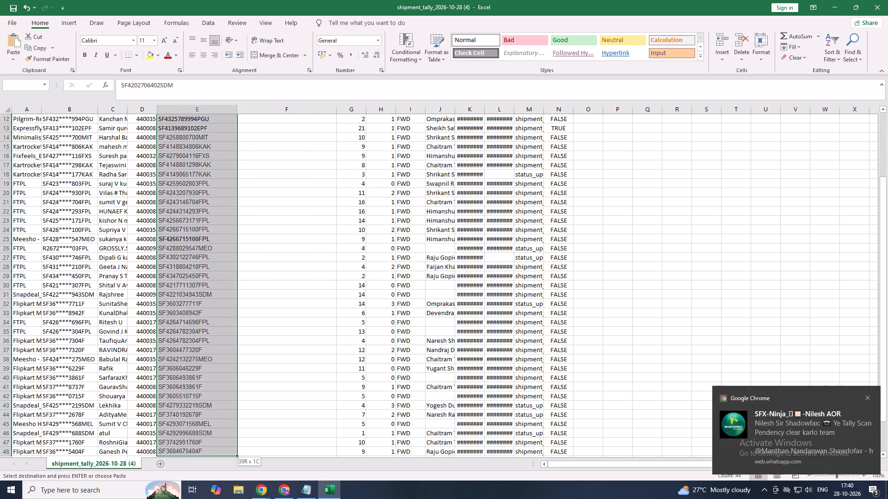
key("shift+Up")
key("shift+Up")
key("shift+Up")
key("shift+Up")
key("shift+Up")
key("shift+Up")
key("shift+Up")
key("shift+Up")
key("shift+Up")
key("shift+Up")
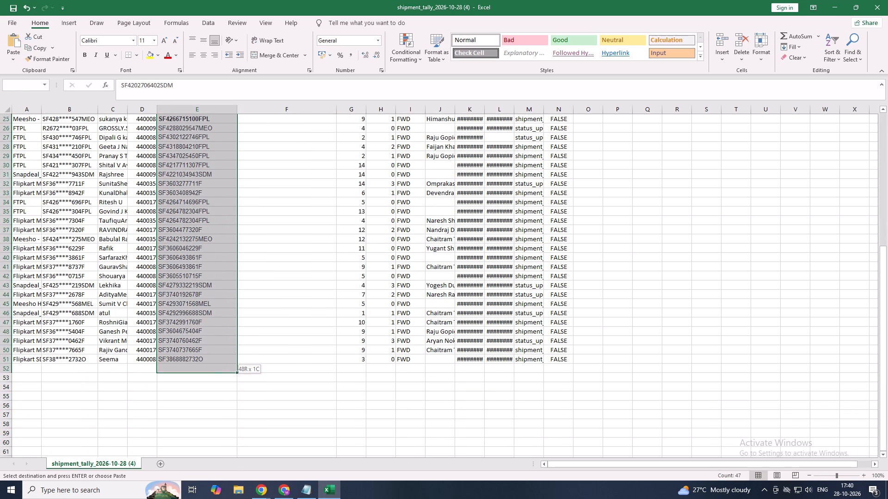
key("ctrl+c")
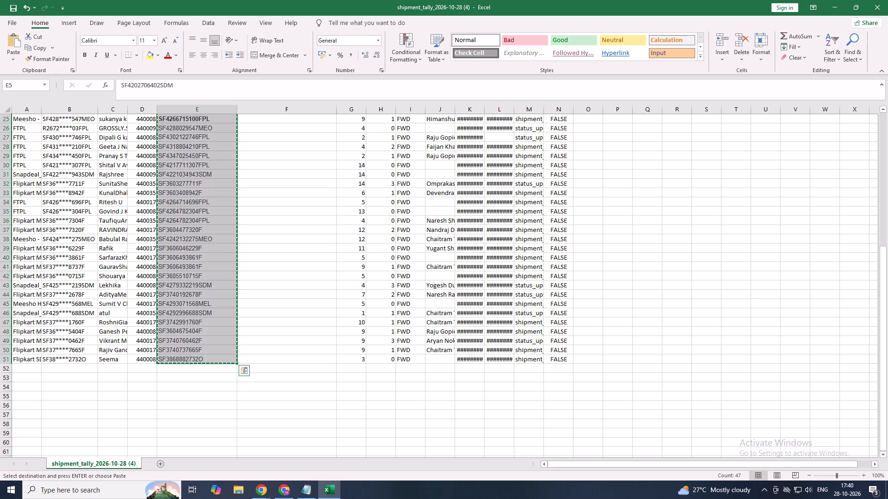
key("ctrl+c")
scroll(331, 180, "up", 7)
scroll(293, 188, "up", 14)
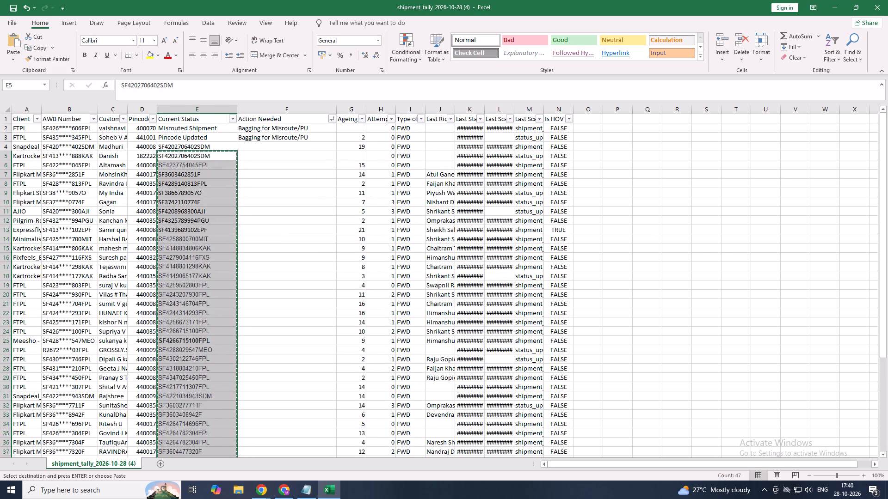
In Chrome's MobileDemand barcode generator, replace all existing barcode values with the copied AWB list.
key("alt+Tab")
key("alt+Tab")
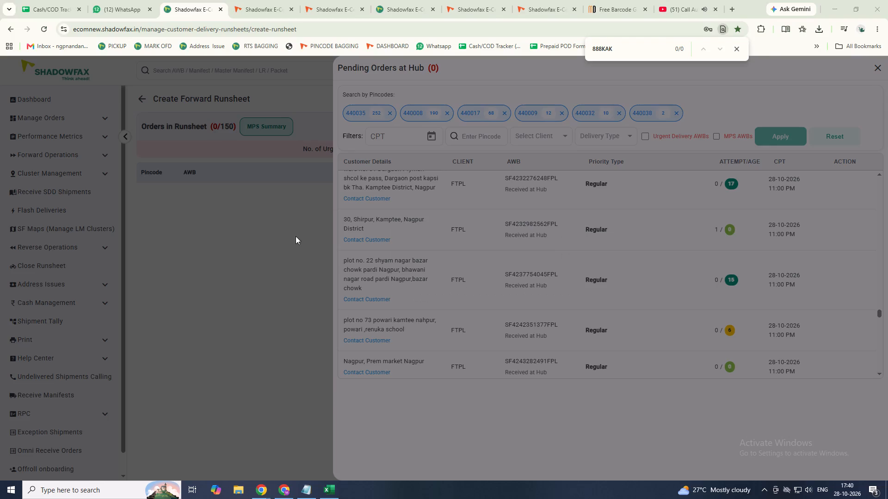
left_click(602, 11)
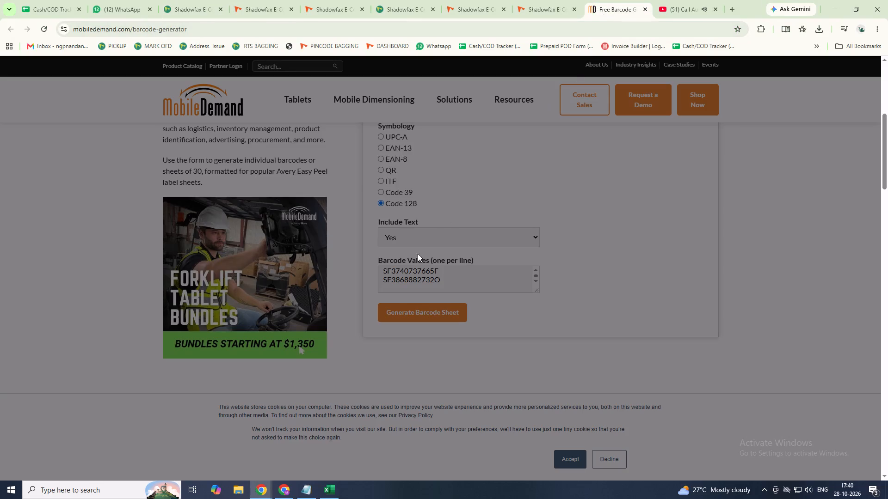
left_click(412, 281)
double_click(412, 281)
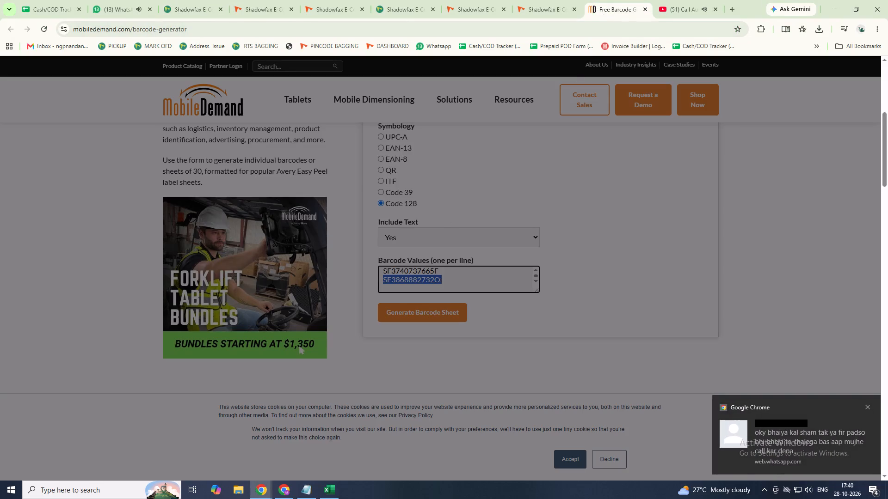
triple_click(412, 281)
triple_click(412, 281)
left_click_drag(412, 281, 437, 283)
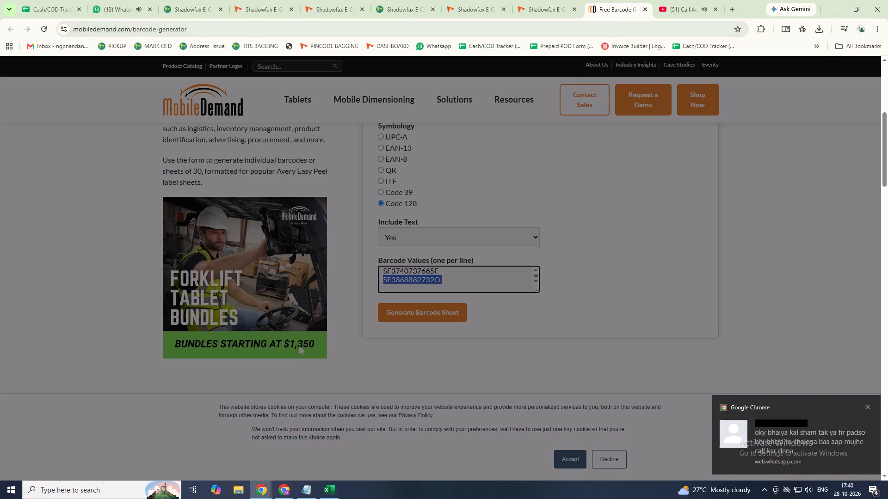
left_click(451, 292)
left_click(450, 289)
left_click(448, 285)
key("ctrl+a")
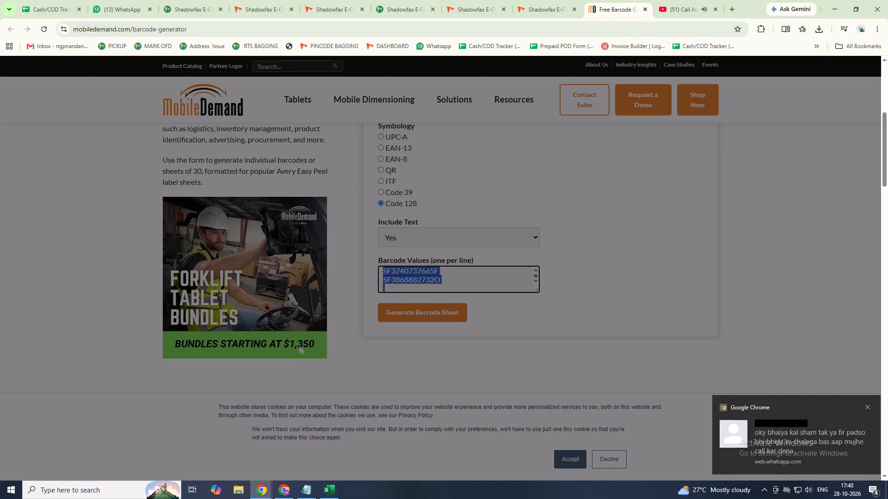
key("Delete")
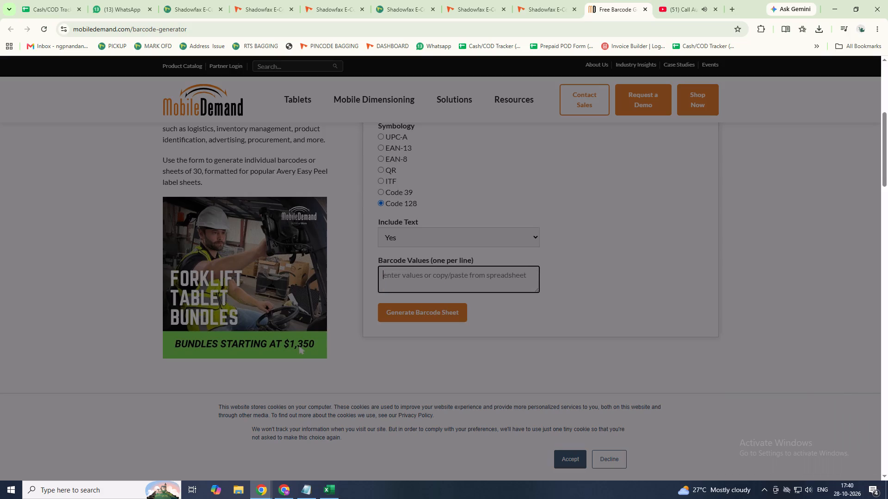
key("ctrl+v")
Generate the Code 128 barcode sheet from the pasted AWB numbers.
left_click(441, 311)
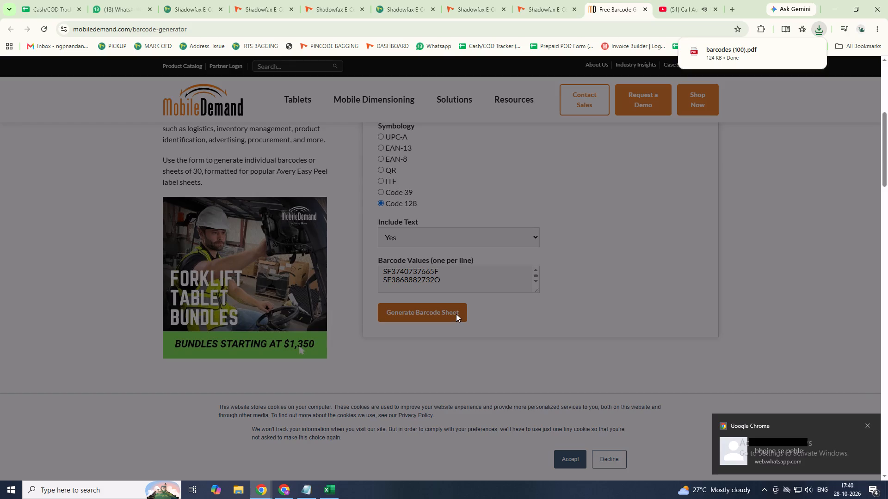
left_click(453, 313)
triple_click(452, 312)
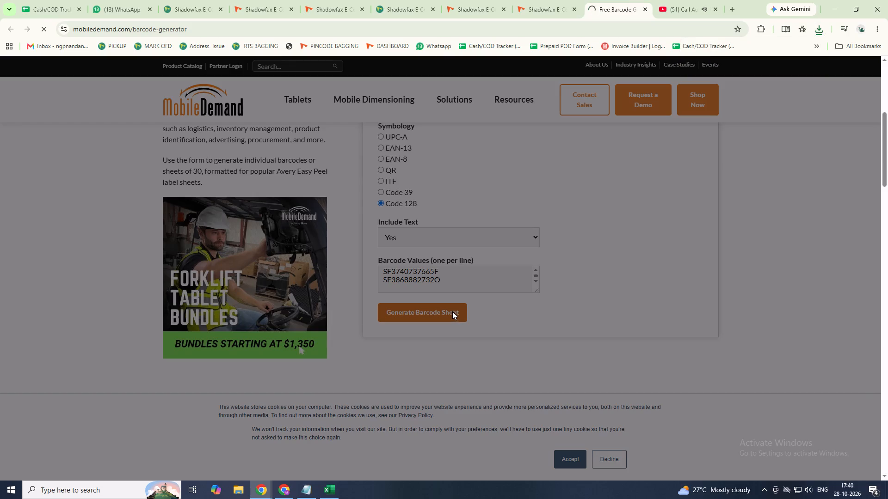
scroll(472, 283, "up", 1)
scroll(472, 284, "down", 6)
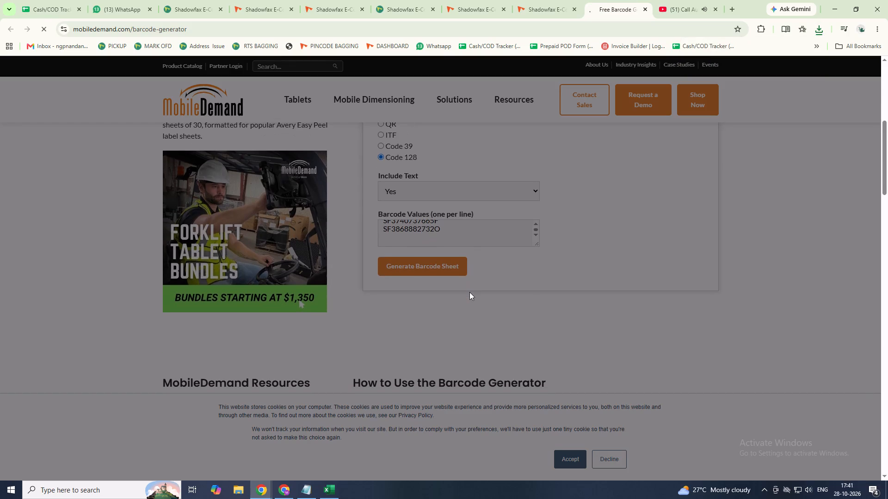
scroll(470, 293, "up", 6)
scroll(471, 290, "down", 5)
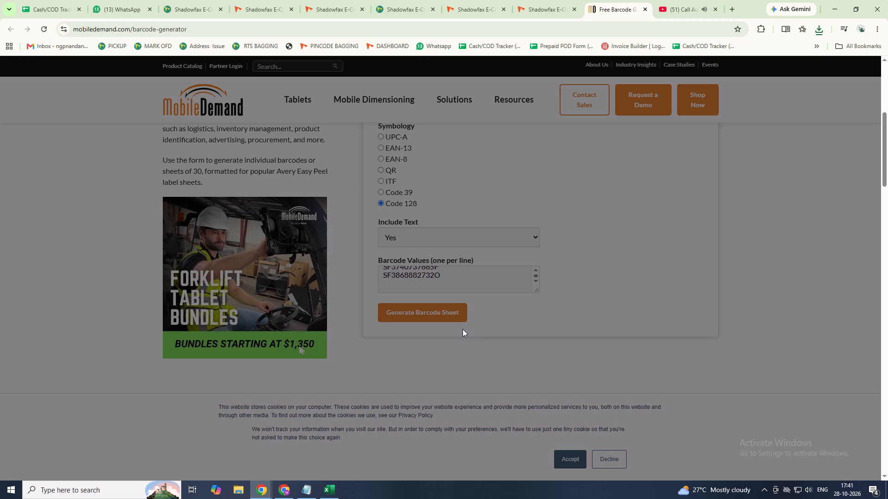
Generate the Code 128 barcode sheet again from the AWB numbers already entered in the barcode values.
left_click(426, 314)
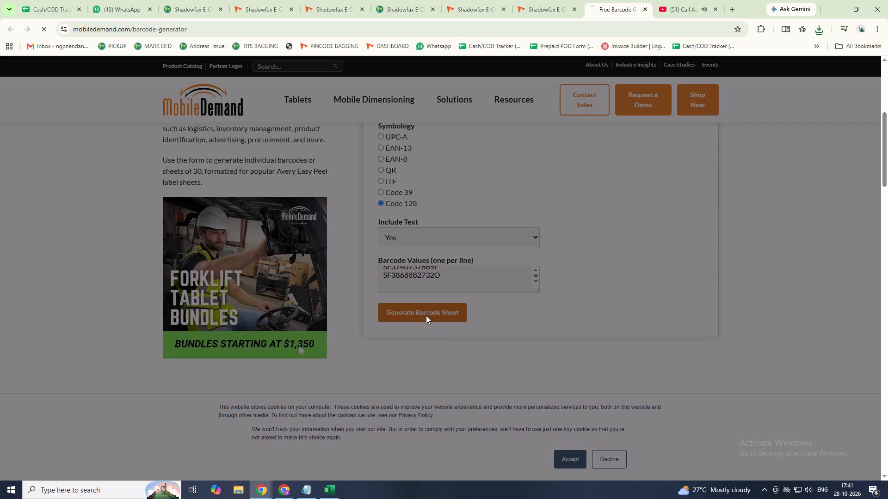
left_click(425, 316)
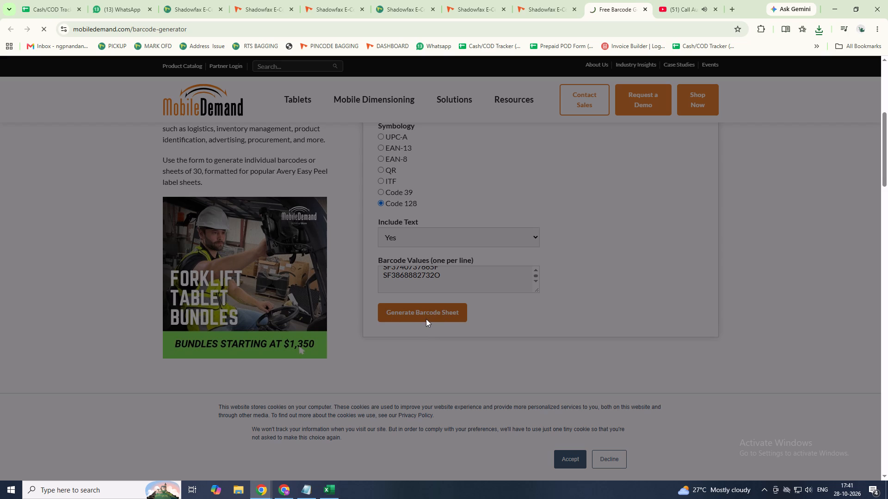